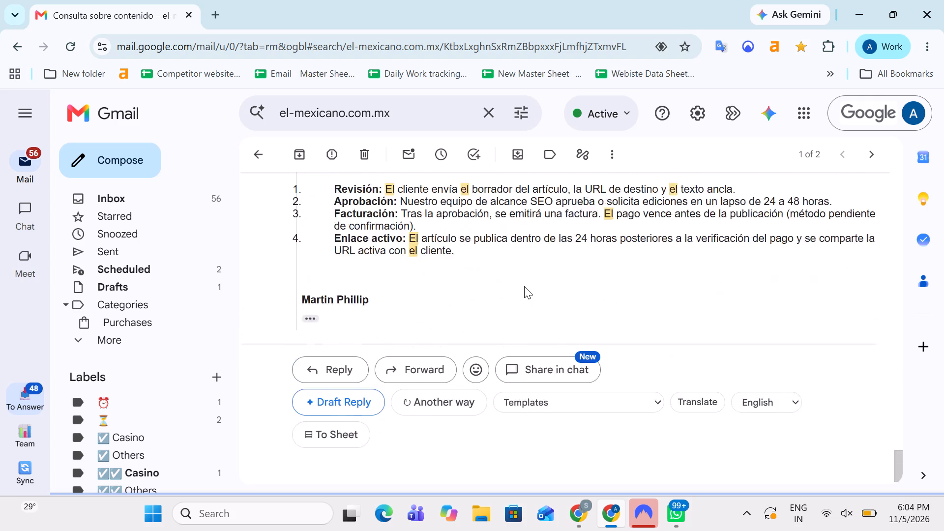
Review the content, link and anchor text, and confidentiality guidelines in the open el-mexicano.com.mx email.
{"action": "scroll", "coordinate": [524, 286], "scroll_direction": "up", "scroll_amount": 1}
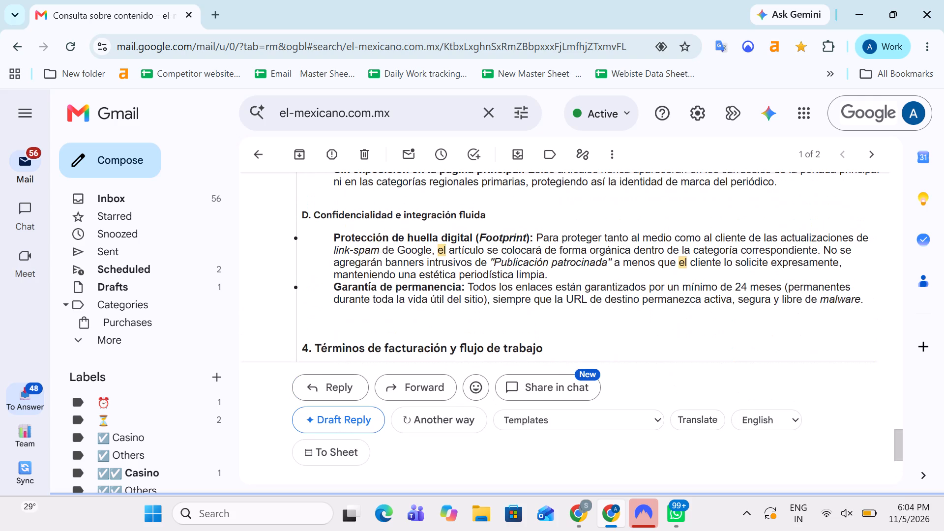
{"action": "scroll", "coordinate": [524, 286], "scroll_direction": "up", "scroll_amount": 5}
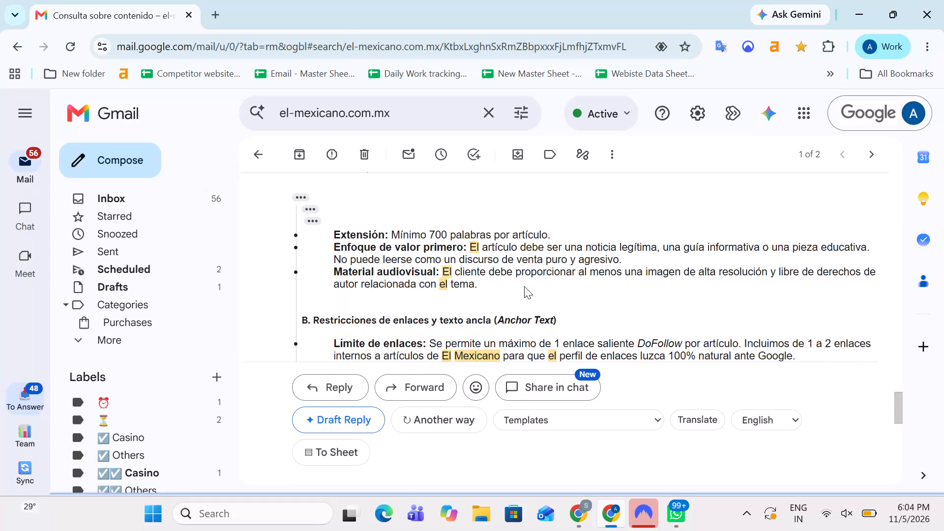
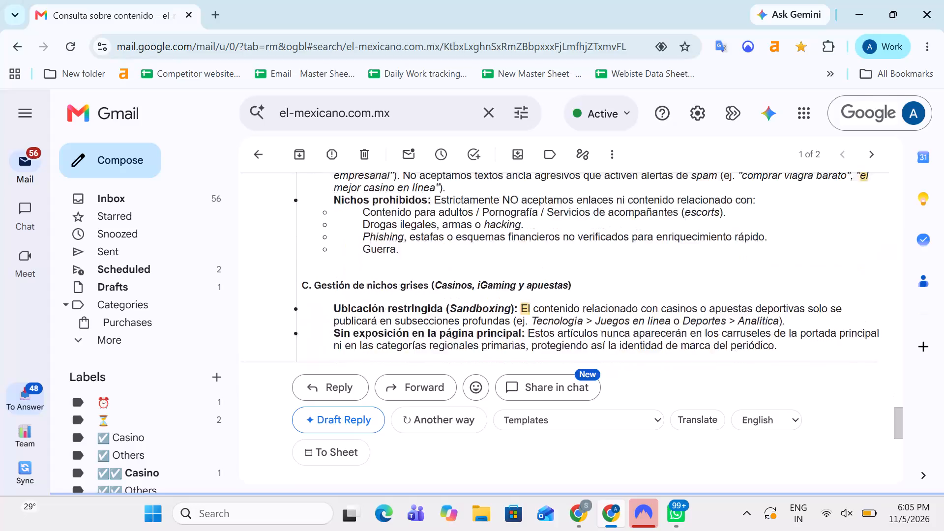
Review the billing terms and workflow section at the end of the email, and return to the start of the conversation.
{"action": "scroll", "coordinate": [387, 282], "scroll_direction": "down", "scroll_amount": 13}
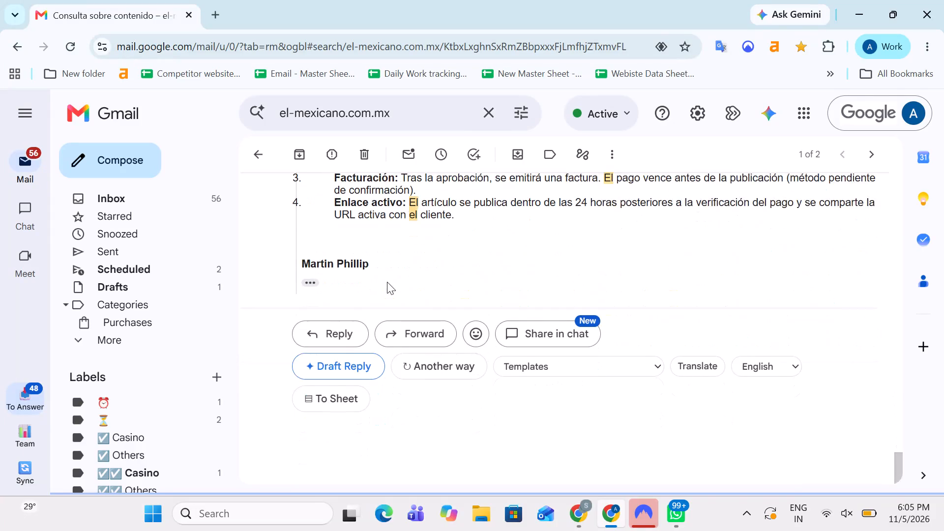
{"action": "scroll", "coordinate": [387, 282], "scroll_direction": "up", "scroll_amount": 16}
{"action": "scroll", "coordinate": [387, 282], "scroll_direction": "down", "scroll_amount": 15}
{"action": "scroll", "coordinate": [430, 259], "scroll_direction": "up", "scroll_amount": 3}
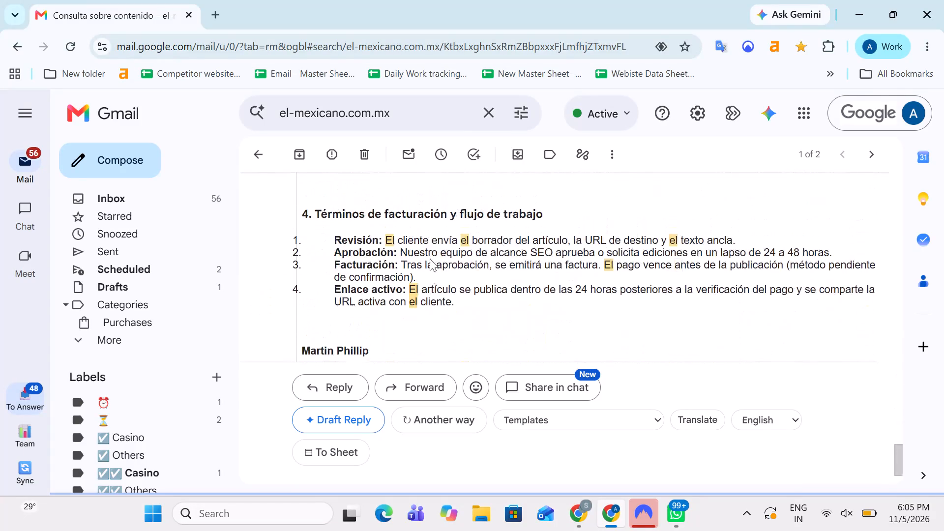
{"action": "scroll", "coordinate": [430, 259], "scroll_direction": "up", "scroll_amount": 20}
{"action": "scroll", "coordinate": [430, 259], "scroll_direction": "up", "scroll_amount": 20}
{"action": "scroll", "coordinate": [430, 259], "scroll_direction": "up", "scroll_amount": 2}
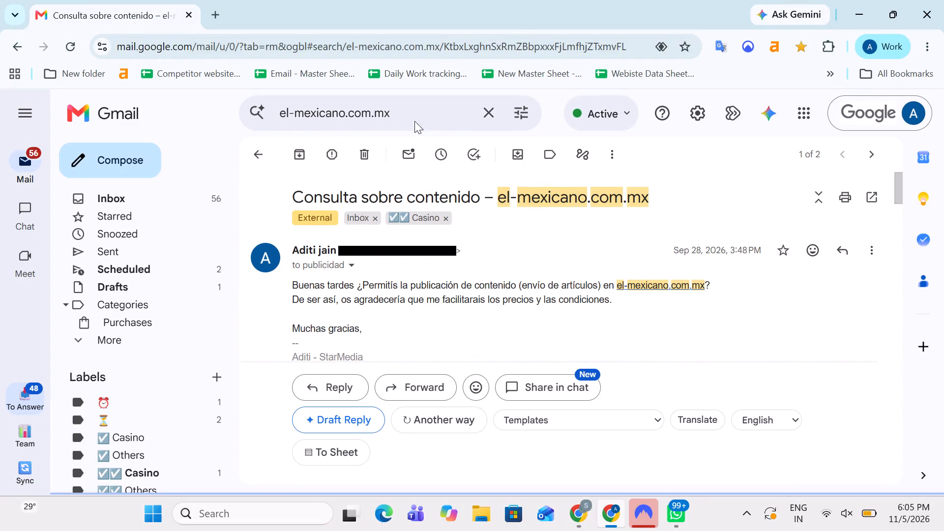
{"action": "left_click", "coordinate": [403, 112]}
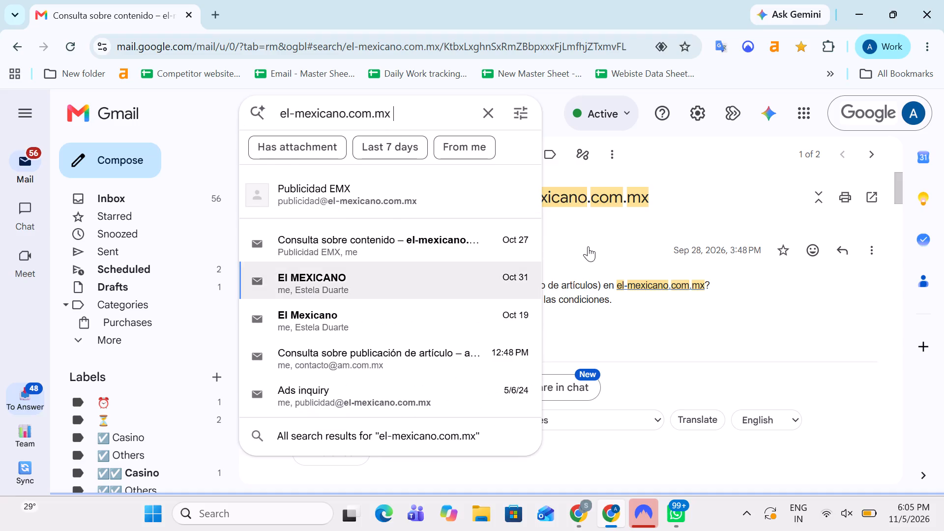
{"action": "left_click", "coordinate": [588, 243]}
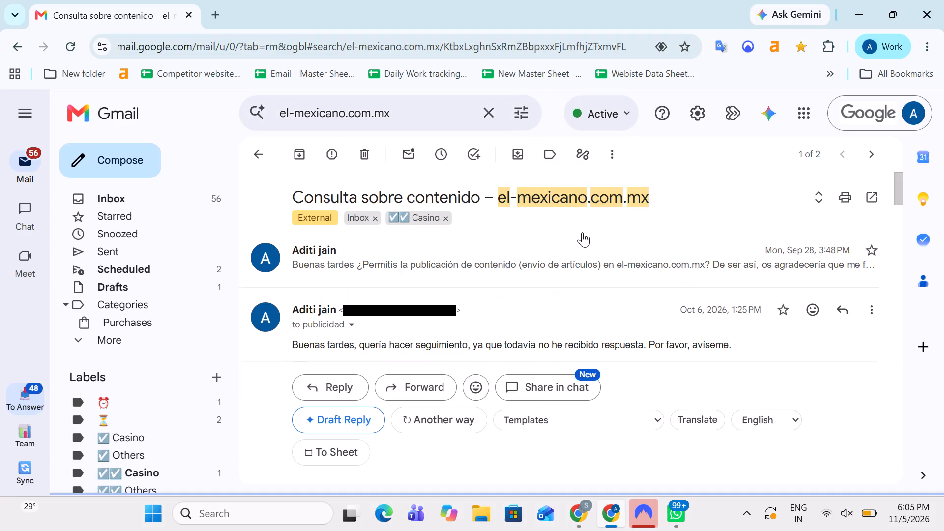
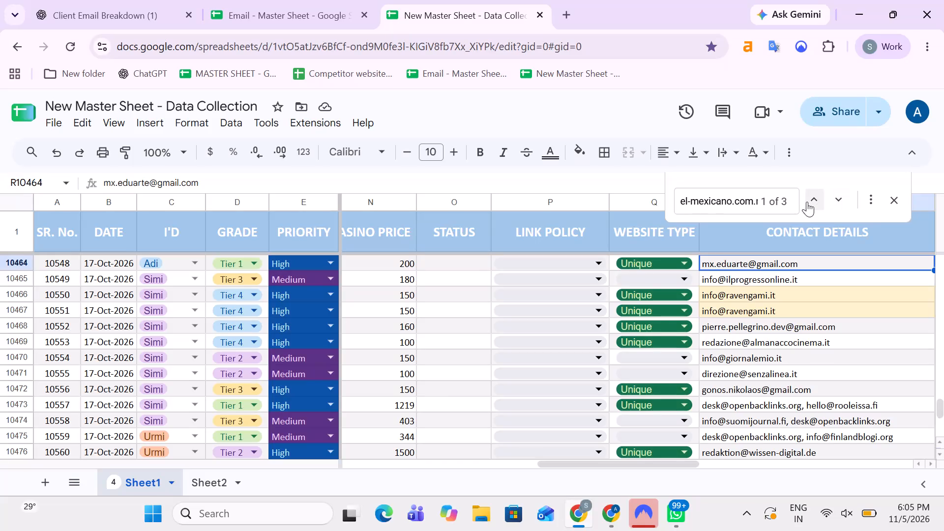
Go back through the el-mexicano.com.mx matches to the 17-Oct-2026 entry in row 10464 and copy its contact e-mail address.
{"action": "left_click", "coordinate": [809, 200]}
{"action": "left_click", "coordinate": [809, 200]}
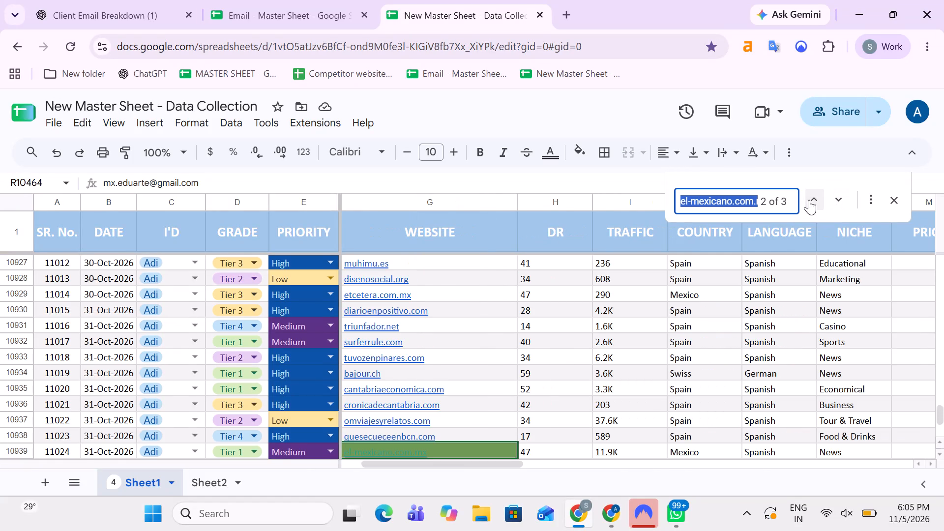
{"action": "left_click", "coordinate": [809, 200]}
{"action": "left_click", "coordinate": [798, 258]}
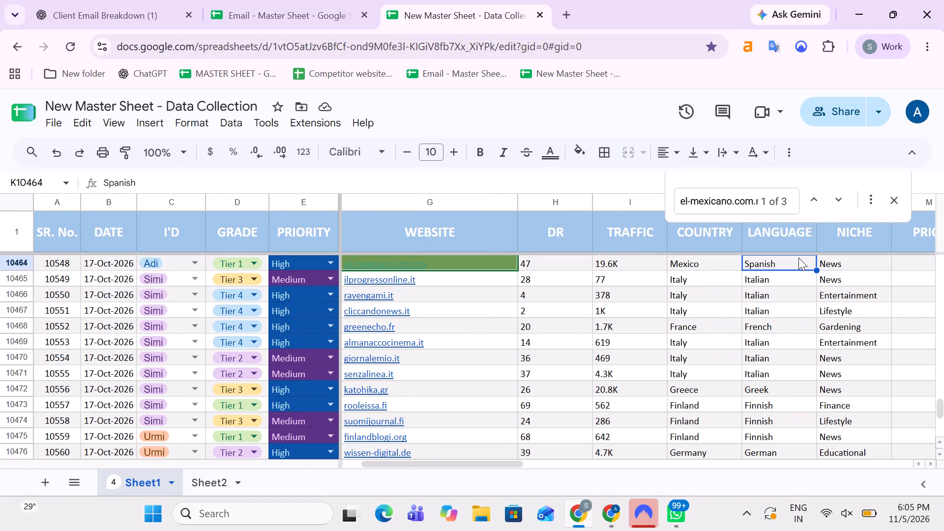
{"action": "key", "text": "Right"}
{"action": "key", "text": "Right"}
{"action": "key", "text": "Right"}
{"action": "key", "text": "Right"}
{"action": "key", "text": "Right"}
{"action": "key", "text": "Right"}
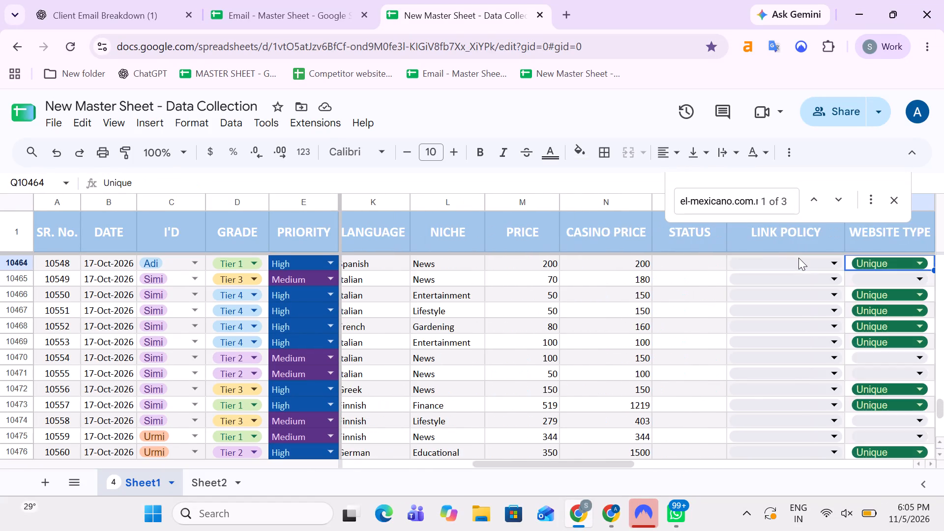
{"action": "key", "text": "Right"}
{"action": "key", "text": "Right"}
{"action": "key", "text": "Left"}
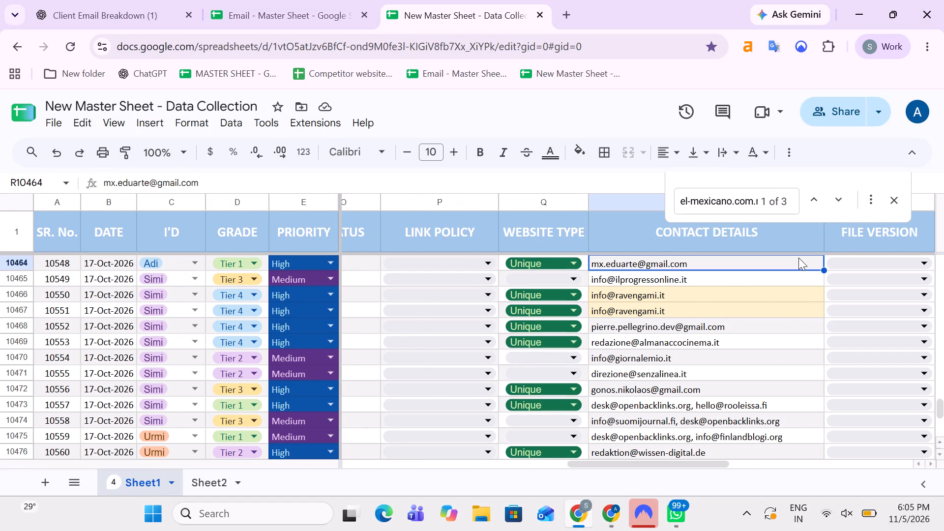
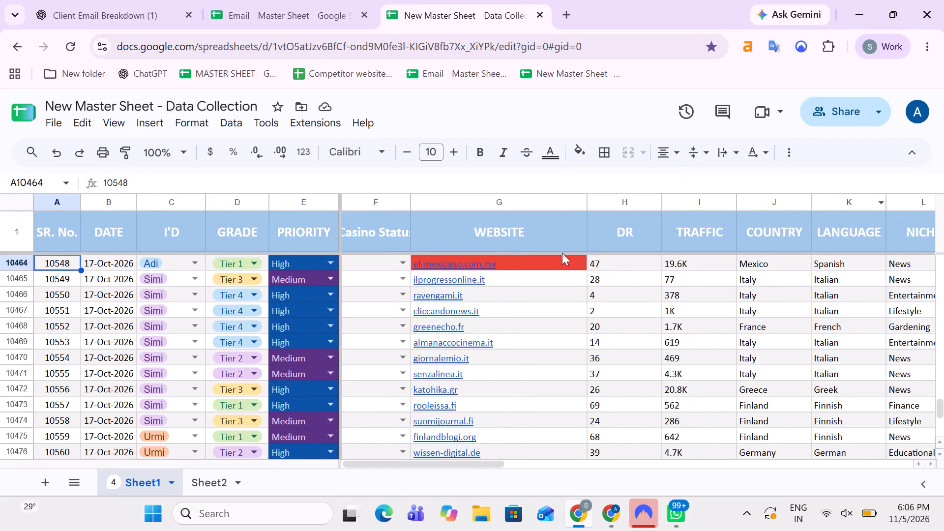
Delete the red-highlighted el-mexicano.com.mx row, SR. No. 10548, from Sheet1 of the data collection master sheet.
{"action": "left_click", "coordinate": [11, 262]}
{"action": "right_click", "coordinate": [11, 262]}
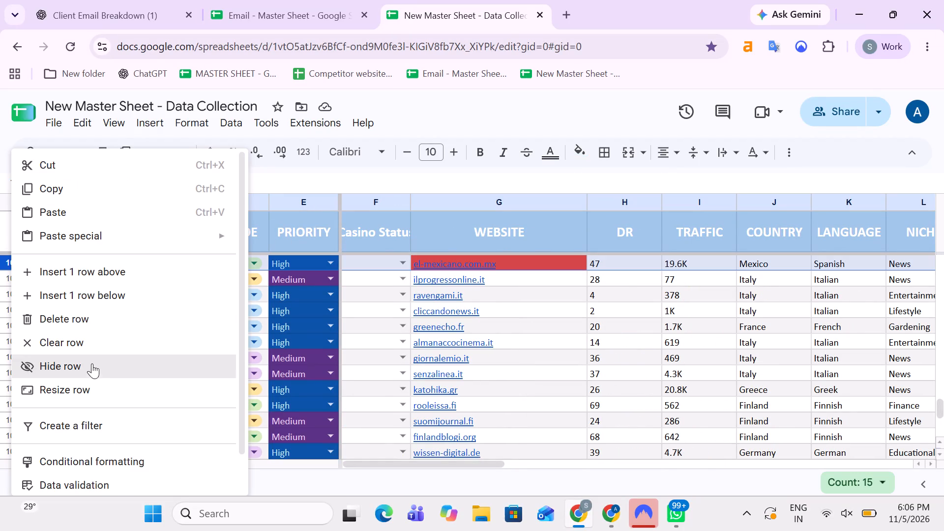
{"action": "left_click", "coordinate": [69, 314]}
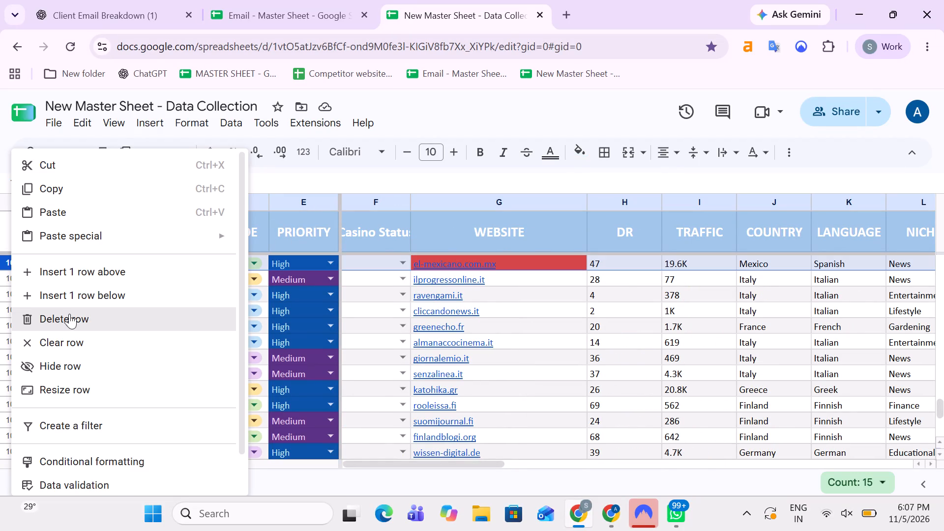
Select the WEBSITE cell containing ilprogressonline.it in row 10464.
{"action": "key", "text": "Right"}
{"action": "key", "text": "Right"}
{"action": "key", "text": "Right"}
{"action": "key", "text": "Right"}
{"action": "key", "text": "Right"}
{"action": "key", "text": "Right"}
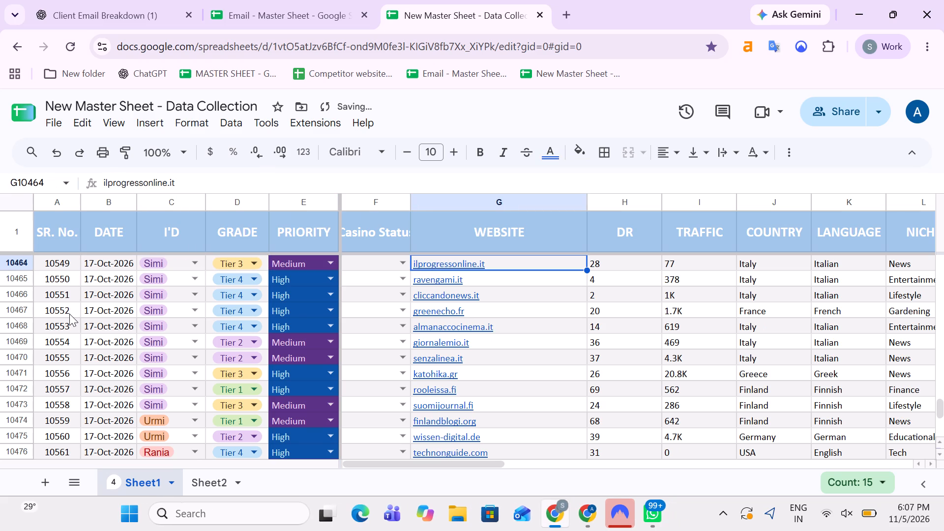
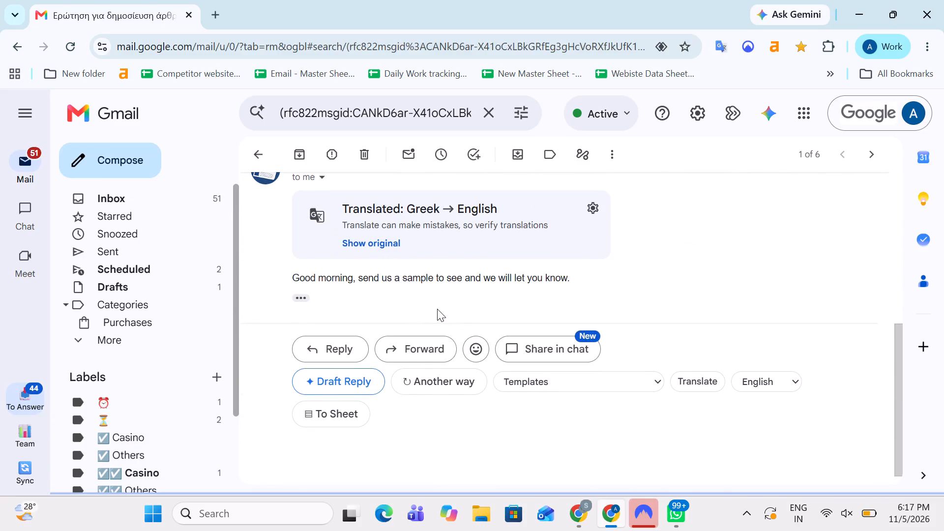
Generate a draft reply to the translated Greek email that asks for a sample article.
{"action": "left_click", "coordinate": [341, 374]}
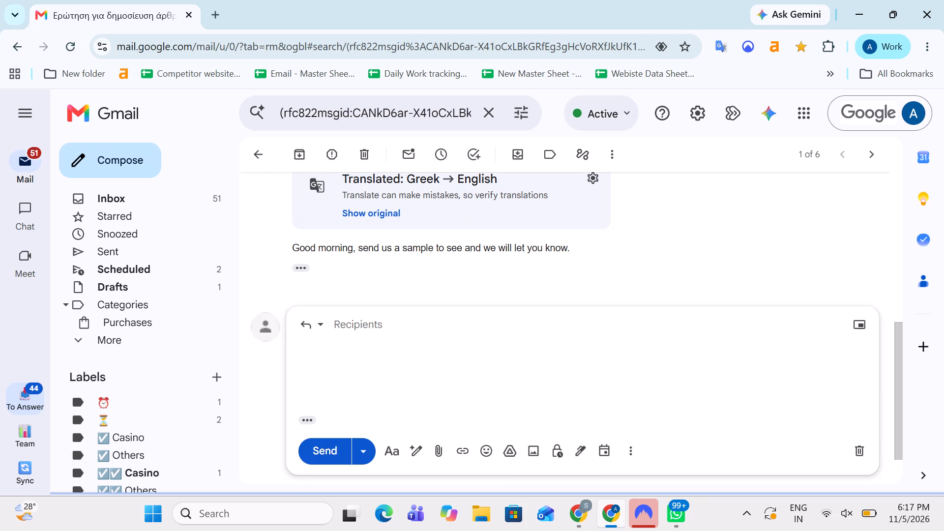
{"action": "scroll", "coordinate": [408, 313], "scroll_direction": "down", "scroll_amount": 2}
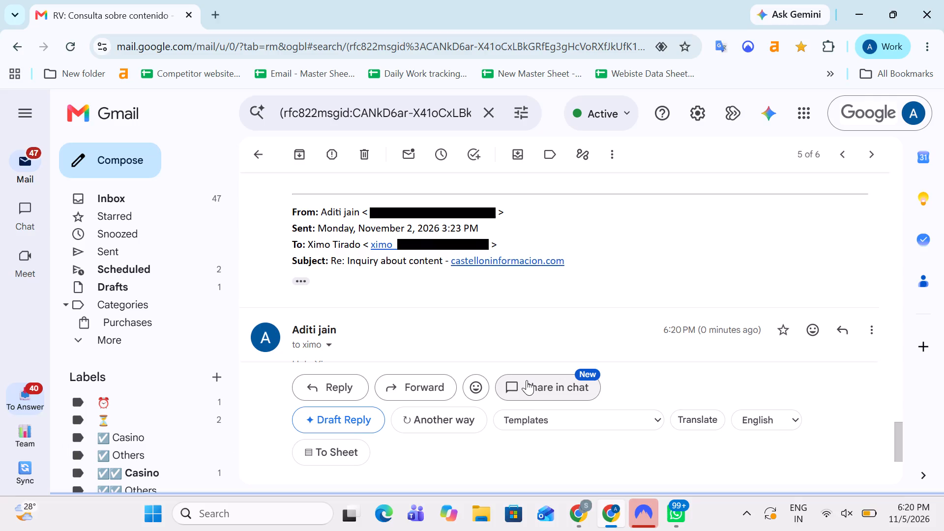
Review the latest reply sent to Ximo in the castelloninformacion.com conversation.
{"action": "scroll", "coordinate": [600, 319], "scroll_direction": "down", "scroll_amount": 2}
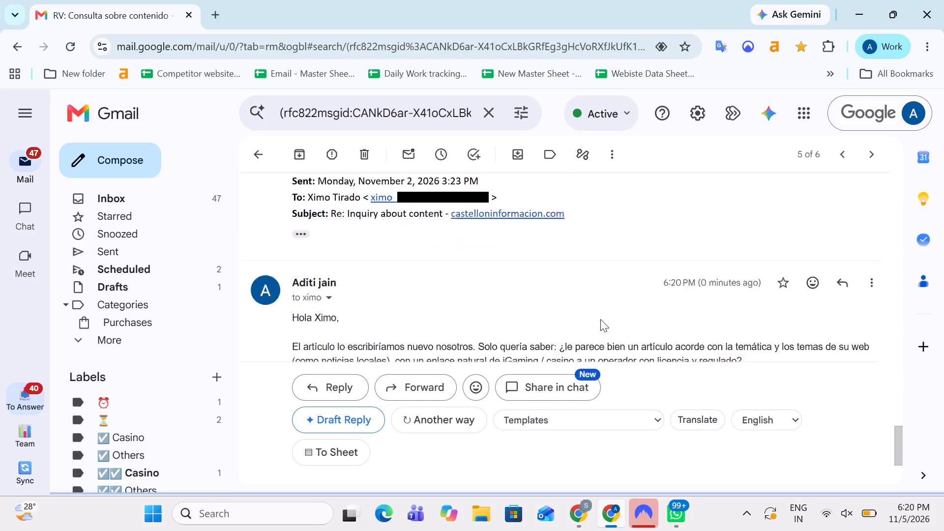
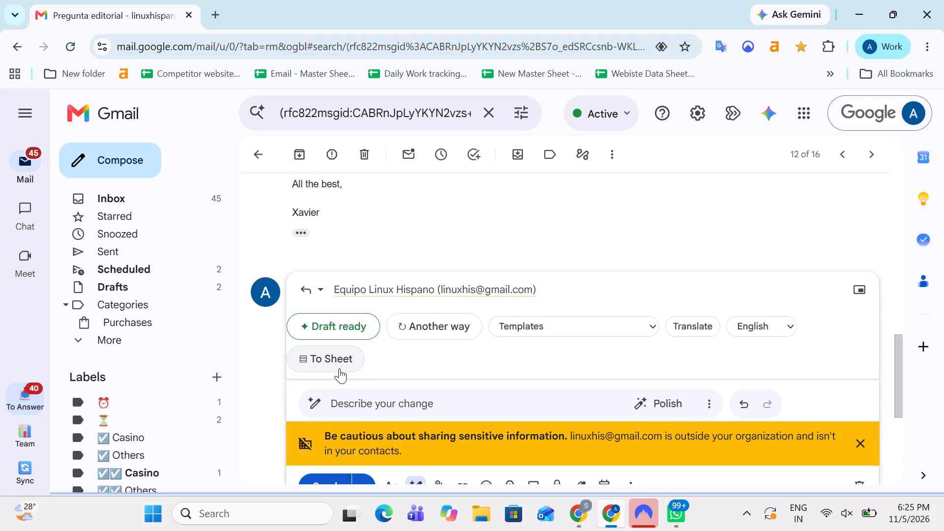
Review the English draft reply to Equipo Linux Hispano about normal guest posts and iGaming links.
{"action": "scroll", "coordinate": [391, 288], "scroll_direction": "down", "scroll_amount": 3}
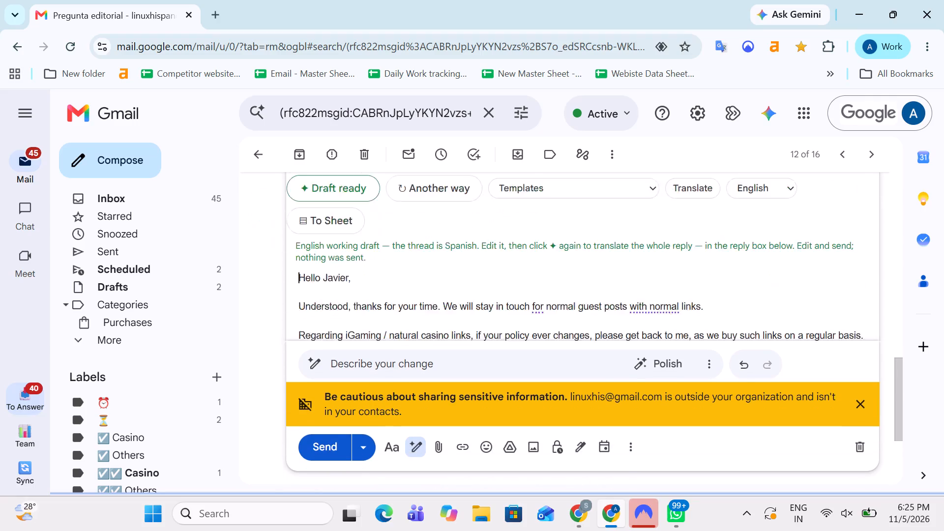
{"action": "scroll", "coordinate": [412, 296], "scroll_direction": "up", "scroll_amount": 1}
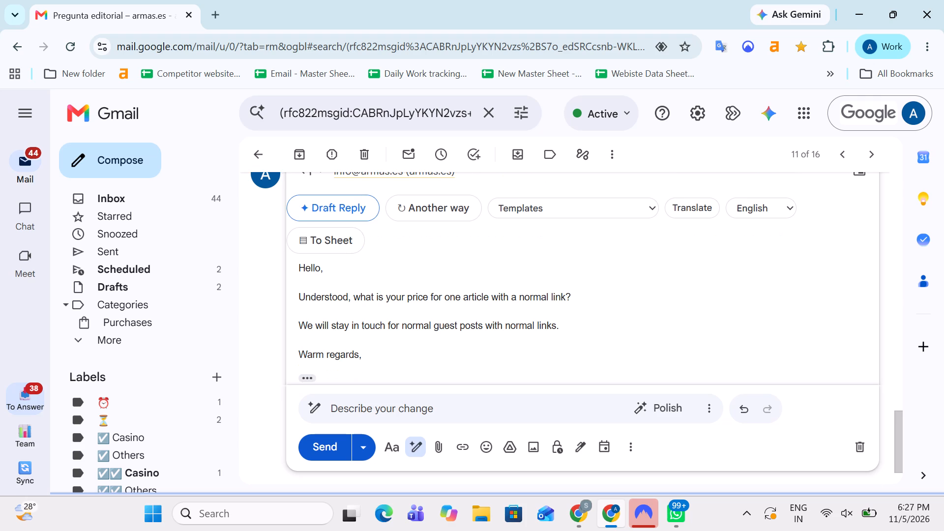
Close up the armas.es reply by removing the line breaks after "Hello," and the blank line before "We will stay in touch".
{"action": "key", "text": "Up"}
{"action": "key", "text": "Up"}
{"action": "key", "text": "Up"}
{"action": "key", "text": "BackSpace"}
{"action": "key", "text": "BackSpace"}
{"action": "left_click", "coordinate": [340, 353]}
{"action": "key", "text": "space"}
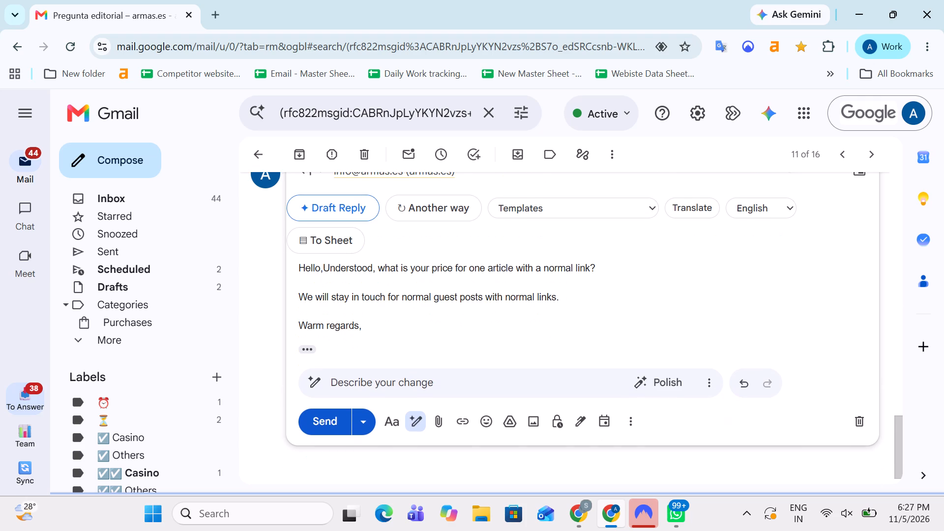
{"action": "key", "text": "Down"}
{"action": "key", "text": "Right"}
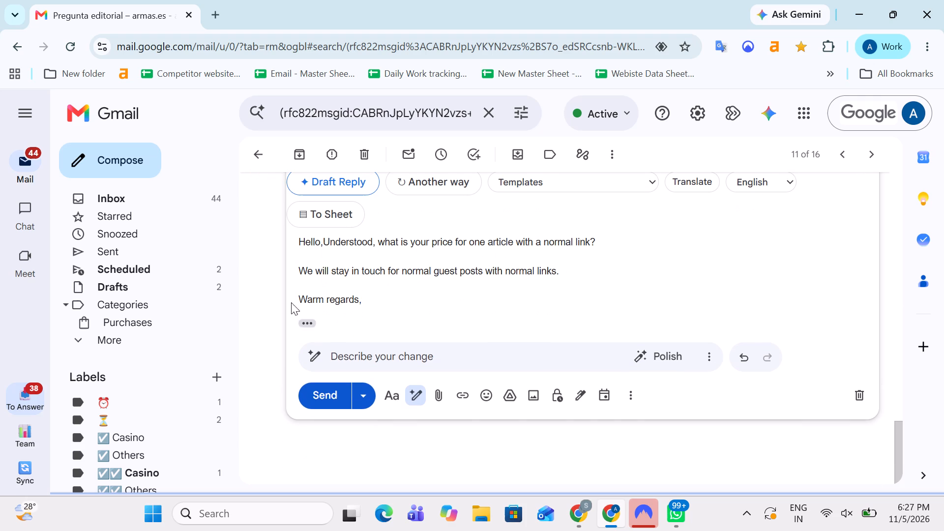
{"action": "left_click", "coordinate": [297, 270]}
{"action": "left_click", "coordinate": [301, 272]}
{"action": "key", "text": "BackSpace"}
Select the "Warm regards," closing and the blank line above it in the armas.es reply.
{"action": "left_click_drag", "start_coordinate": [312, 282], "coordinate": [402, 359]}
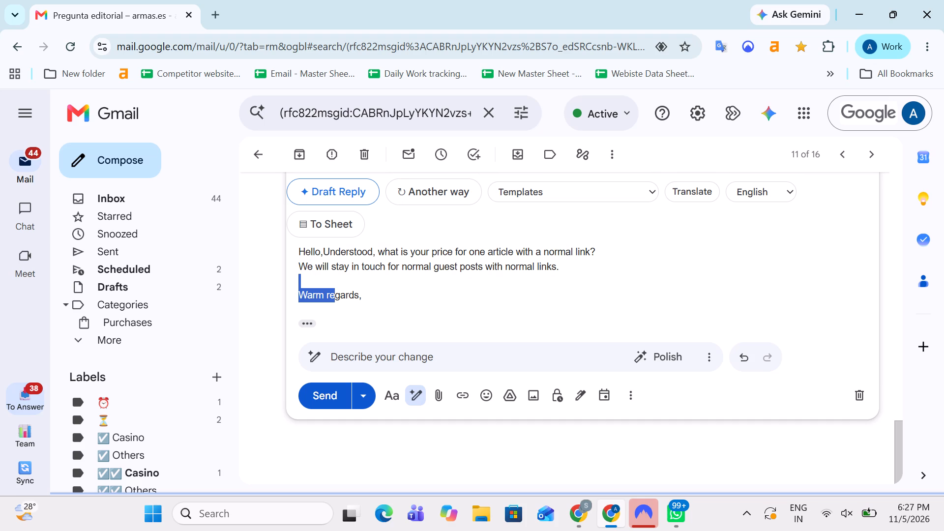
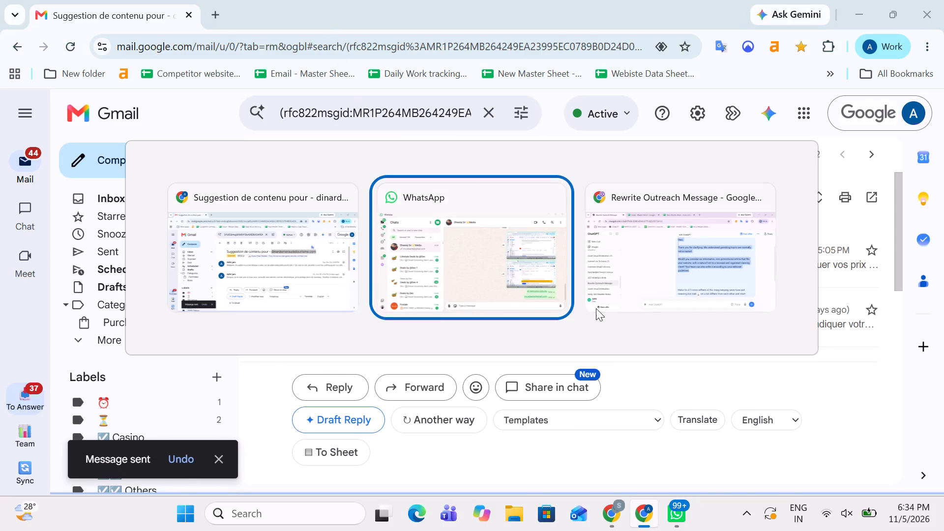
{"action": "left_click", "coordinate": [677, 279]}
{"action": "left_click", "coordinate": [318, 0]}
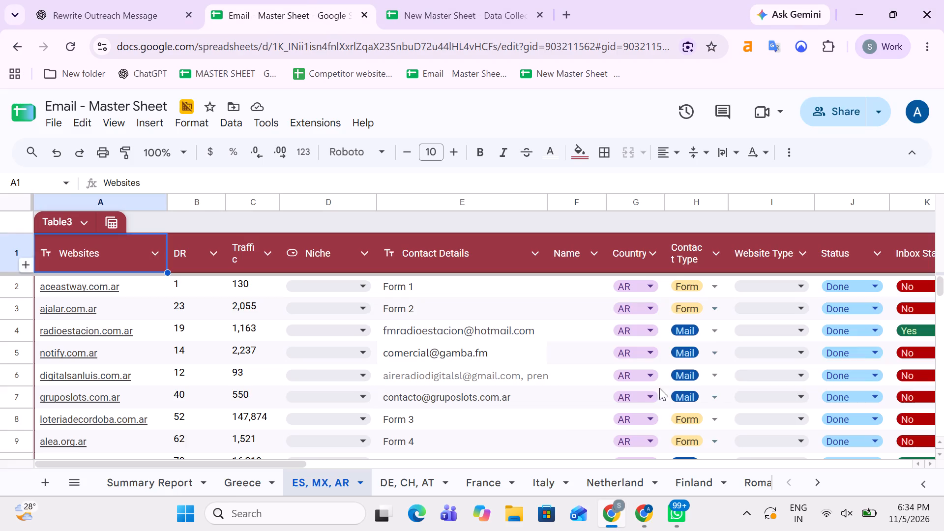
{"action": "key", "text": "ctrl+f"}
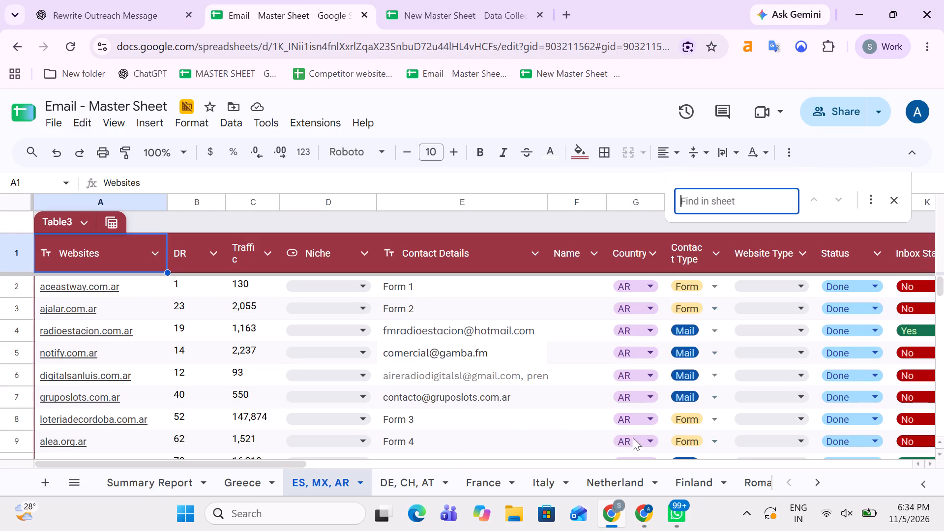
{"action": "key", "text": "ctrl+v"}
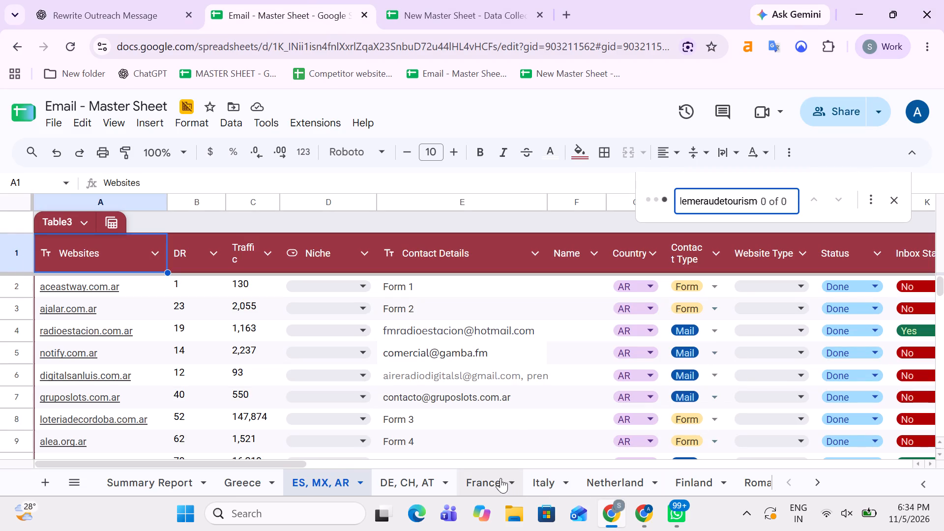
{"action": "left_click", "coordinate": [501, 478]}
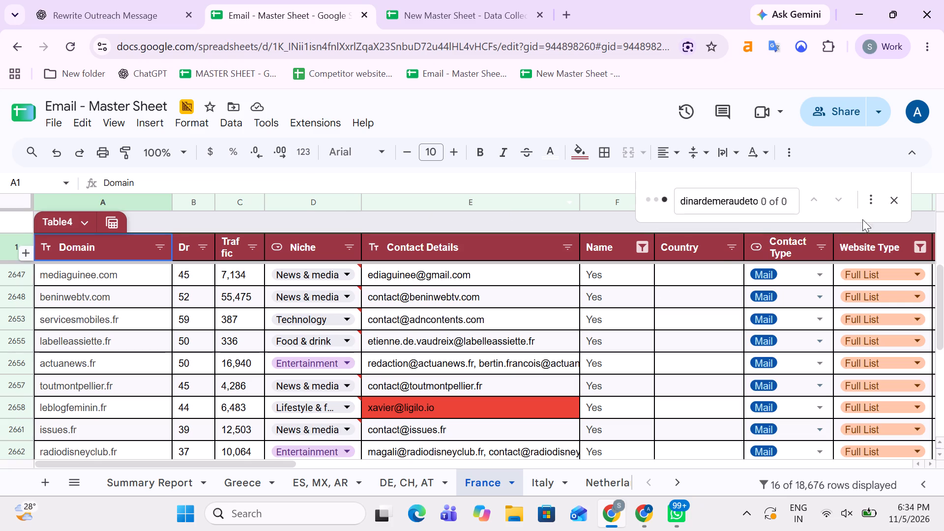
{"action": "left_click", "coordinate": [895, 201]}
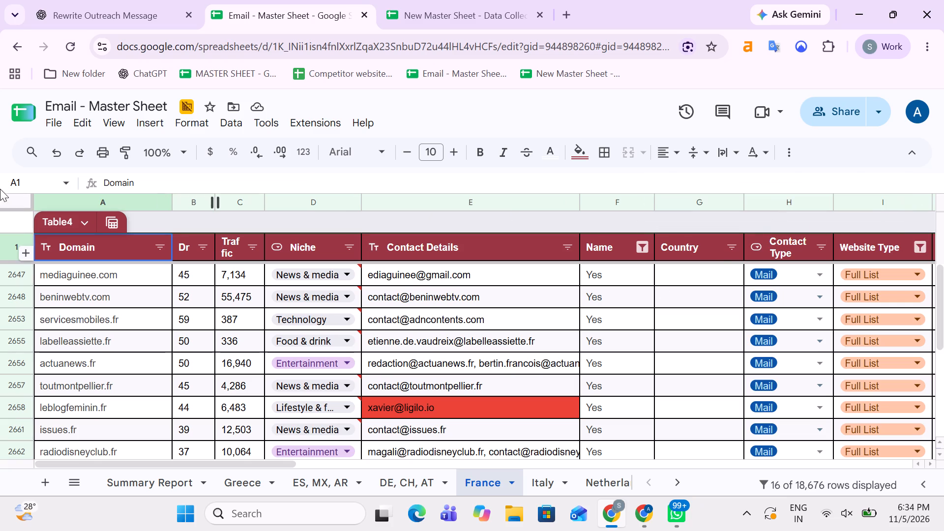
{"action": "left_click", "coordinate": [108, 220]}
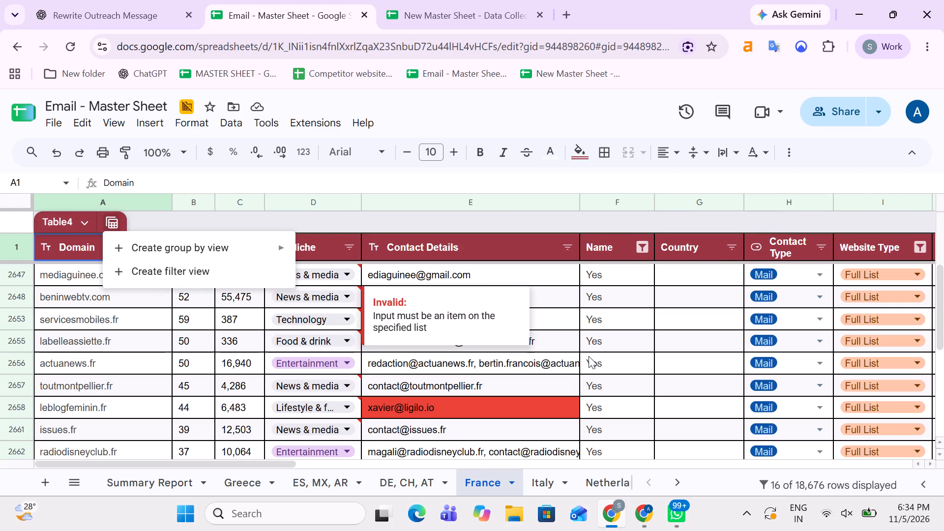
{"action": "key", "text": "alt+Tab"}
{"action": "scroll", "coordinate": [573, 314], "scroll_direction": "down", "scroll_amount": 3}
{"action": "scroll", "coordinate": [571, 339], "scroll_direction": "up", "scroll_amount": 6}
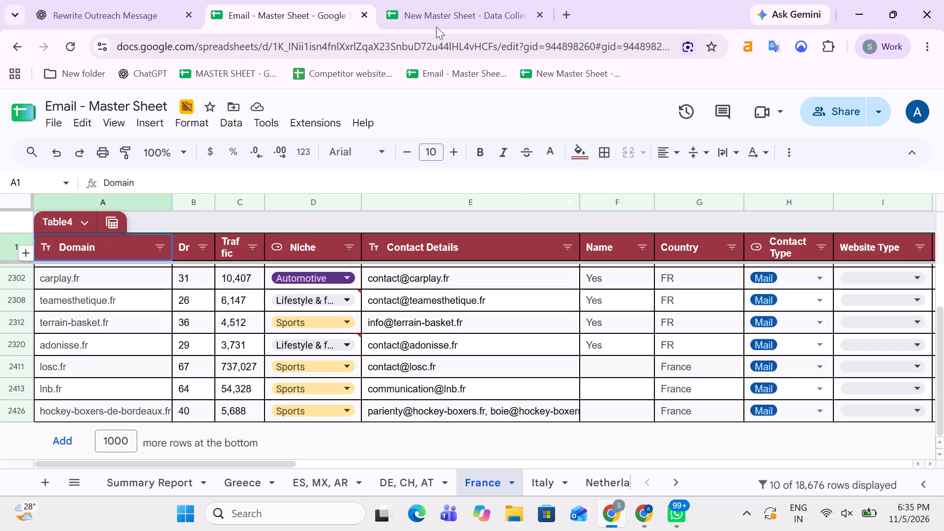
{"action": "left_click", "coordinate": [329, 478]}
{"action": "key", "text": "ctrl+f"}
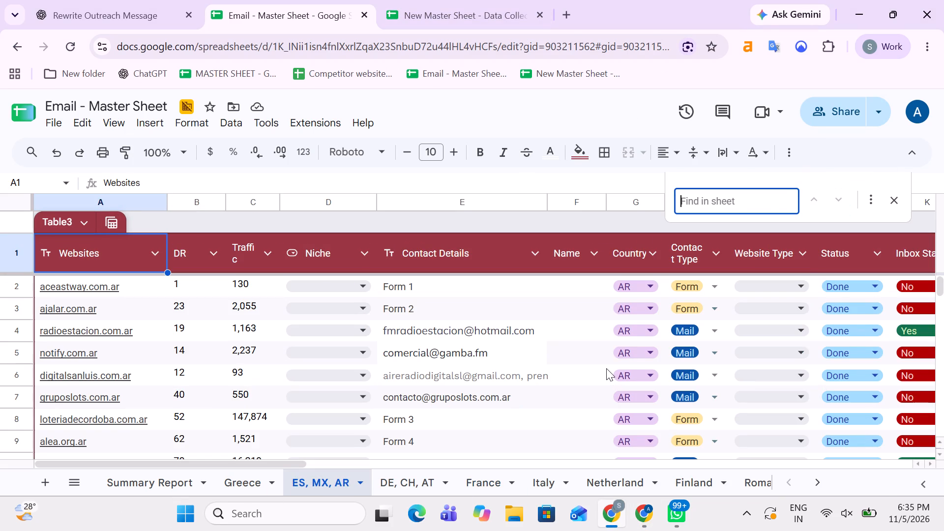
{"action": "key", "text": "ctrl+v"}
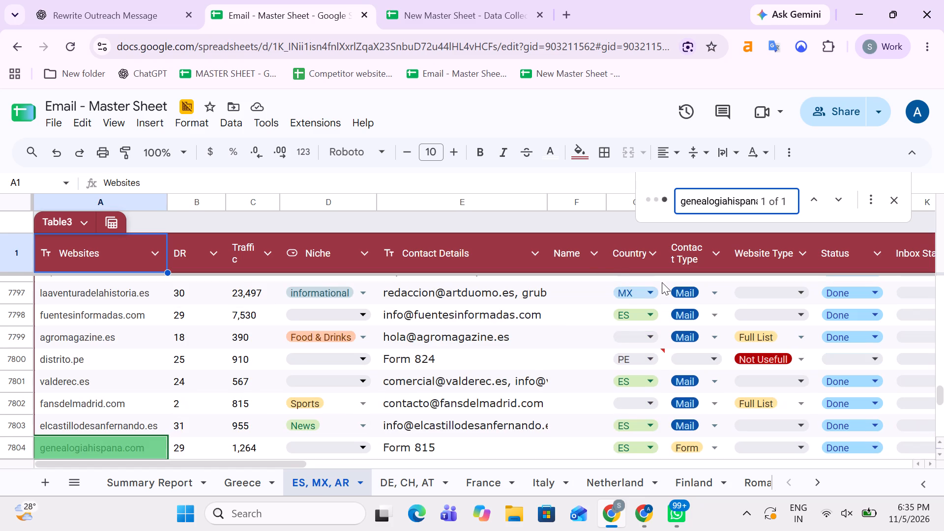
Record the site's refusal in the Inbox Status column of the genealogiahispana.com row.
{"action": "left_click", "coordinate": [478, 451]}
{"action": "key", "text": "Right"}
{"action": "key", "text": "Right"}
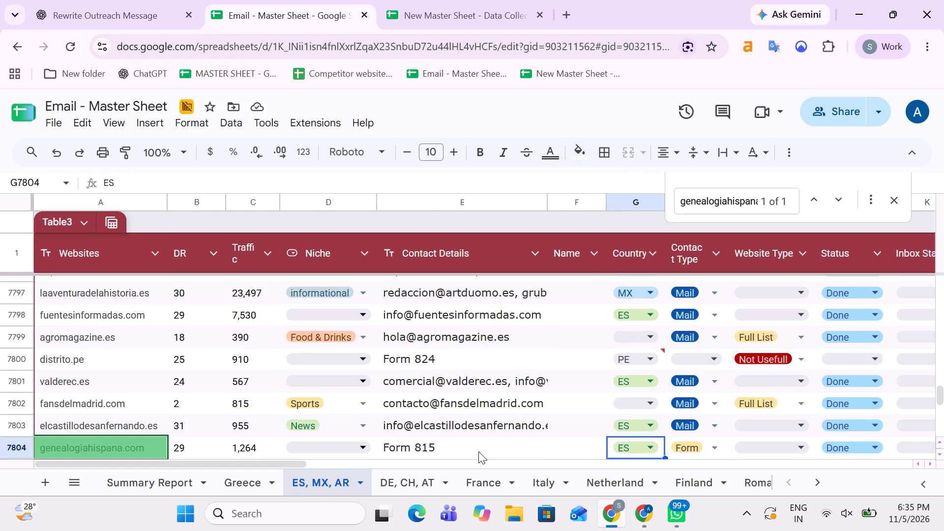
{"action": "key", "text": "Right"}
{"action": "key", "text": "Right"}
{"action": "key", "text": "Right"}
{"action": "key", "text": "Right"}
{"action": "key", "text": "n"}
{"action": "key", "text": "Up"}
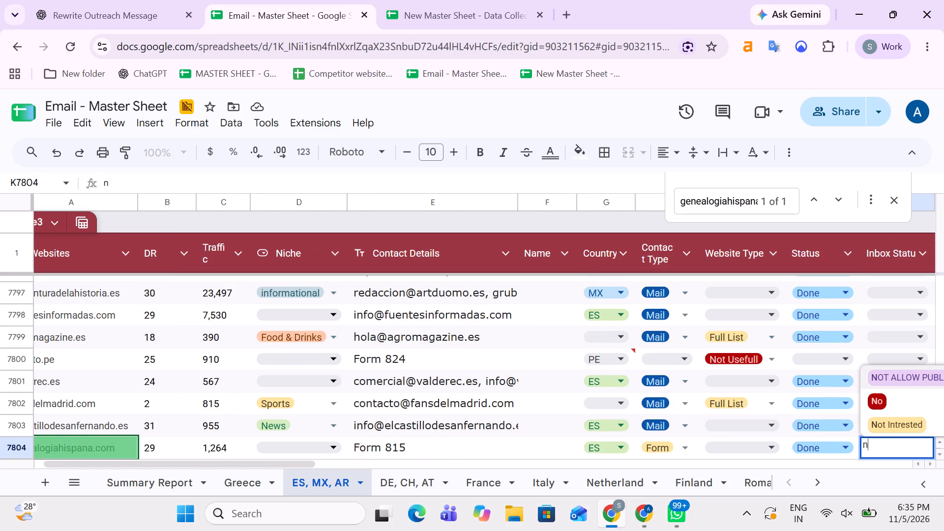
{"action": "key", "text": "Return"}
{"action": "key", "text": "Up"}
{"action": "key", "text": "Right"}
{"action": "key", "text": "Left"}
{"action": "key", "text": "alt+Tab"}
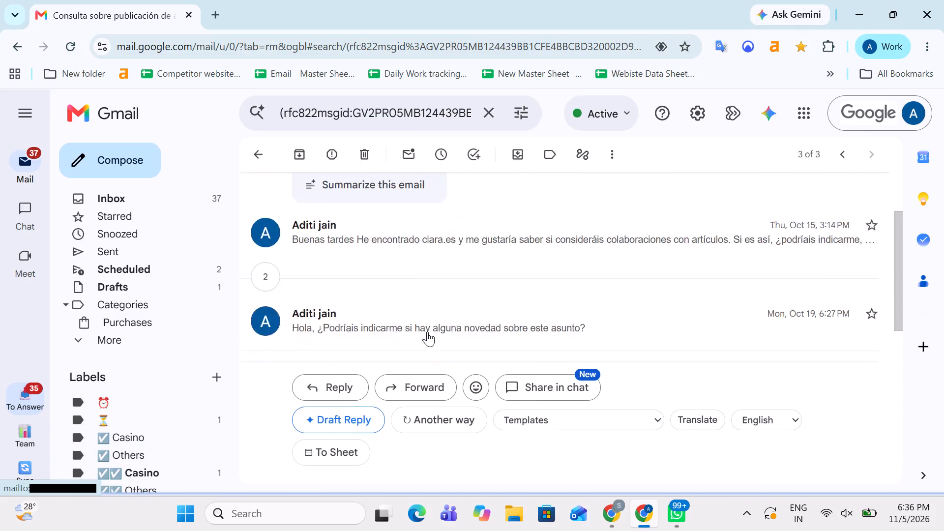
Translate the latest publisher message in the clara.es article conversation into English and read it.
{"action": "scroll", "coordinate": [430, 330], "scroll_direction": "down", "scroll_amount": 2}
{"action": "scroll", "coordinate": [659, 298], "scroll_direction": "up", "scroll_amount": 1}
{"action": "left_click", "coordinate": [869, 293]}
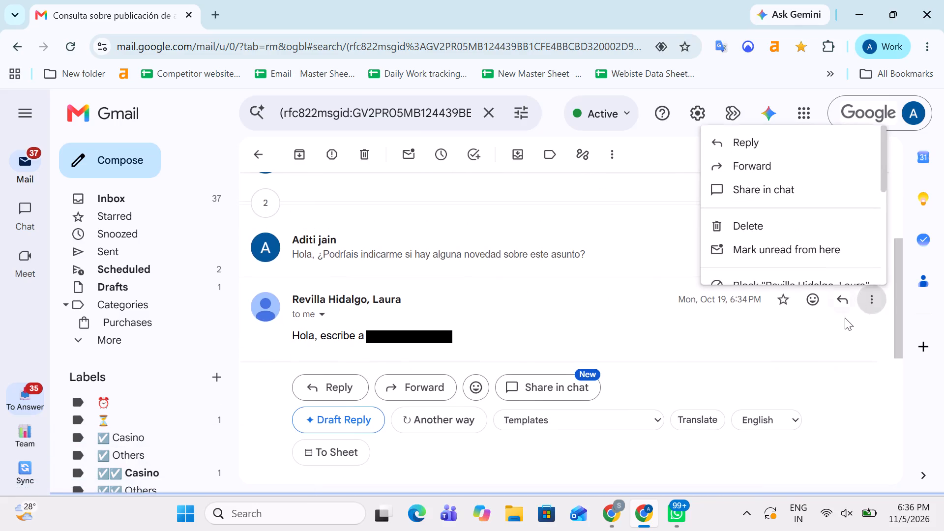
{"action": "scroll", "coordinate": [792, 224], "scroll_direction": "down", "scroll_amount": 2}
{"action": "left_click", "coordinate": [758, 243]}
{"action": "scroll", "coordinate": [515, 220], "scroll_direction": "down", "scroll_amount": 2}
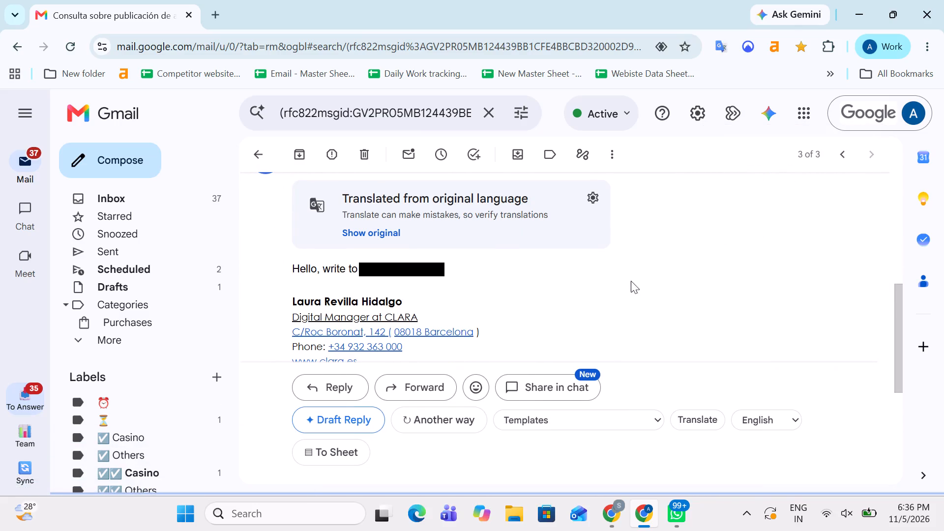
Mark the clara.es article publication conversation as unread.
{"action": "left_click", "coordinate": [409, 153]}
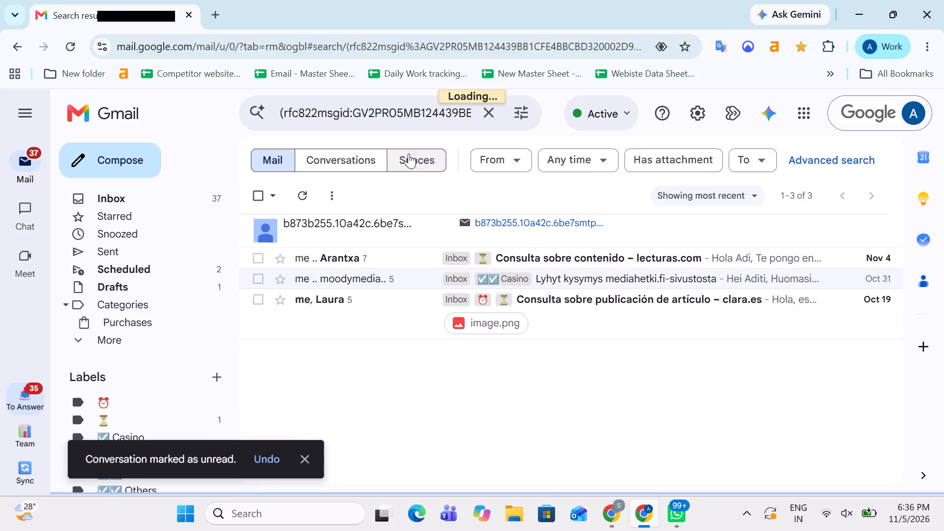
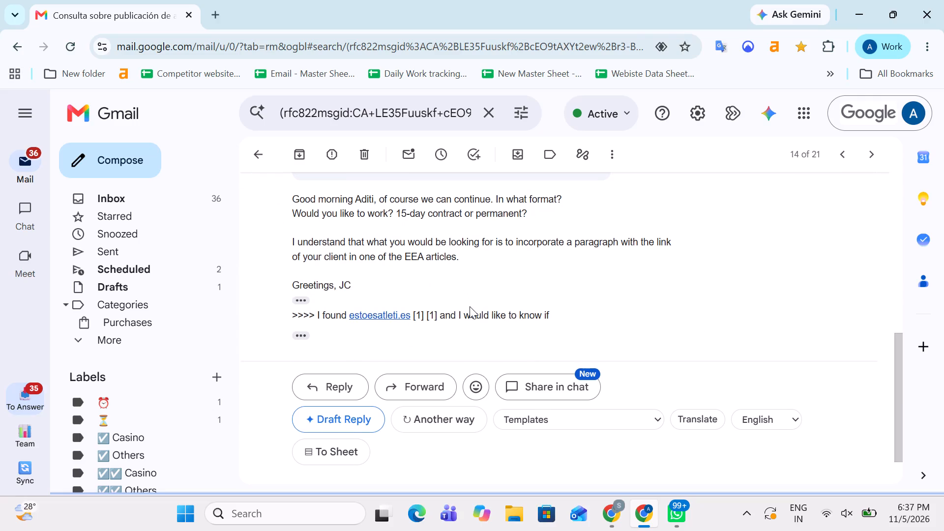
Mark the estoesatleti.es article publication conversation as unread.
{"action": "scroll", "coordinate": [454, 308], "scroll_direction": "up", "scroll_amount": 4}
{"action": "left_click", "coordinate": [413, 157]}
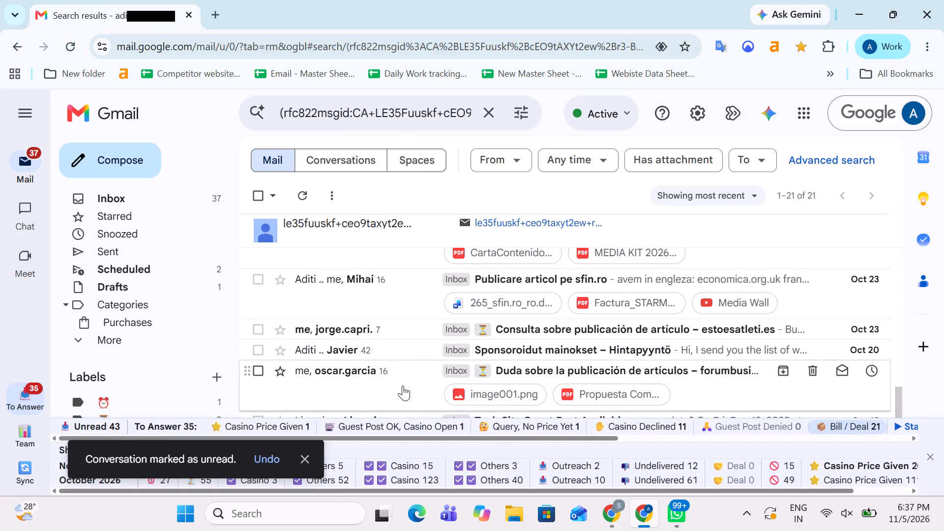
{"action": "left_click", "coordinate": [402, 385]}
{"action": "scroll", "coordinate": [596, 288], "scroll_direction": "down", "scroll_amount": 2}
{"action": "scroll", "coordinate": [406, 308], "scroll_direction": "down", "scroll_amount": 3}
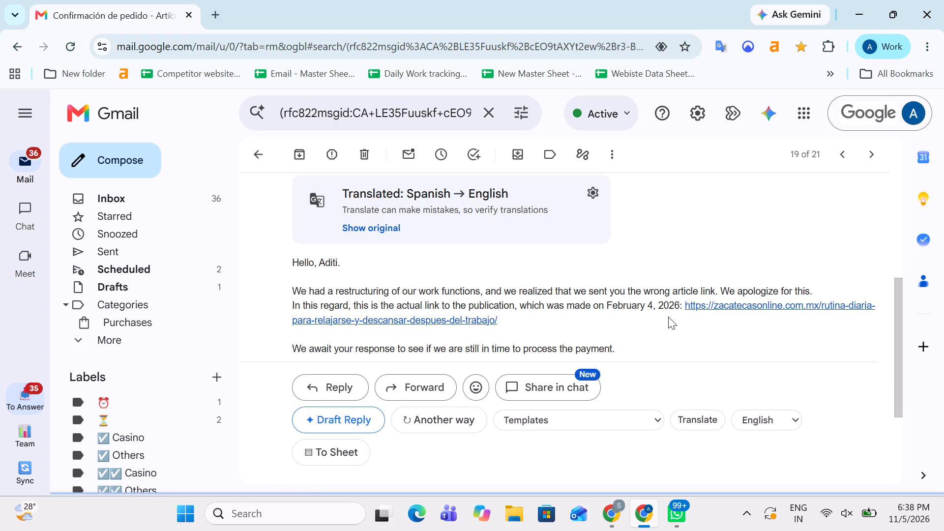
{"action": "scroll", "coordinate": [440, 294], "scroll_direction": "down", "scroll_amount": 1}
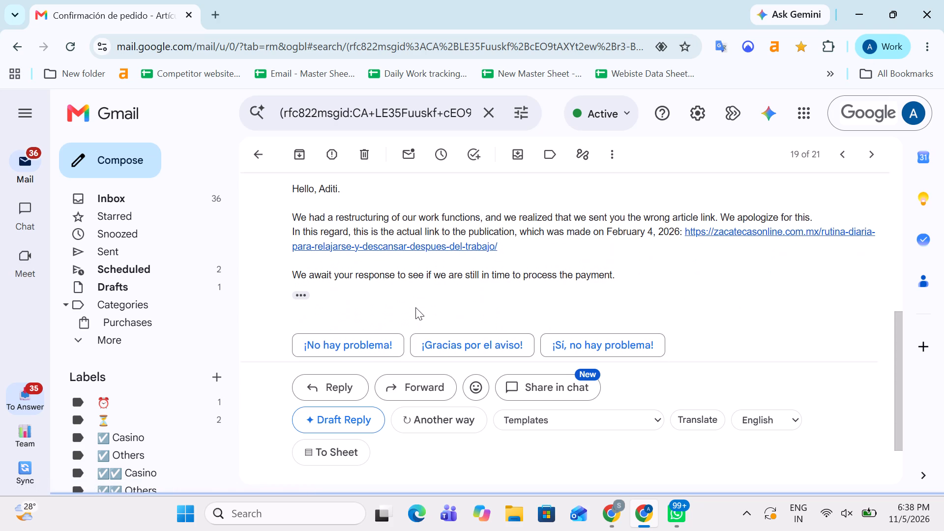
{"action": "scroll", "coordinate": [415, 308], "scroll_direction": "up", "scroll_amount": 4}
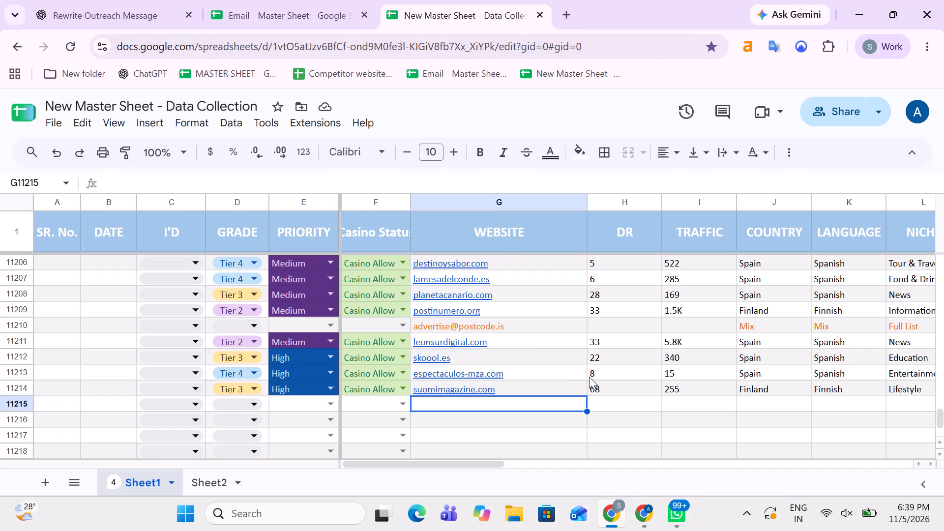
{"action": "key", "text": "ctrl+f"}
{"action": "key", "text": "ctrl+v"}
{"action": "key", "text": "BackSpace"}
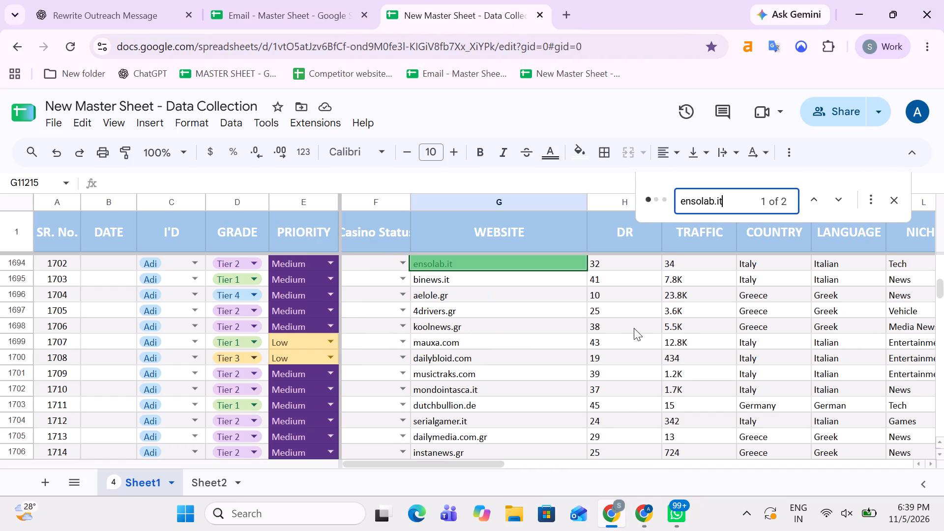
Set the casino price for the ensolab.it row to NA in the master sheet.
{"action": "left_click", "coordinate": [623, 262]}
{"action": "key", "text": "Right"}
{"action": "key", "text": "Right"}
{"action": "key", "text": "Right"}
{"action": "key", "text": "Right"}
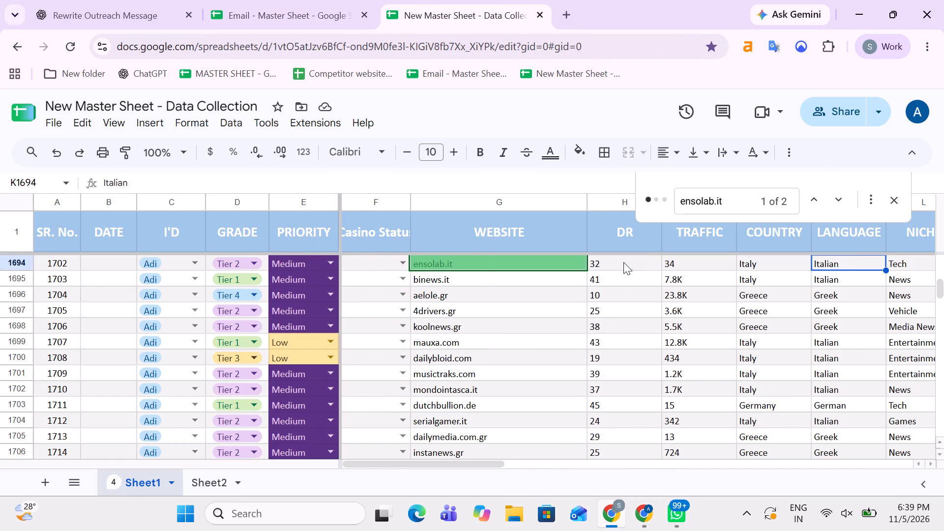
{"action": "key", "text": "Right"}
{"action": "key", "text": "Right"}
{"action": "key", "text": "Right"}
{"action": "key", "text": "Left"}
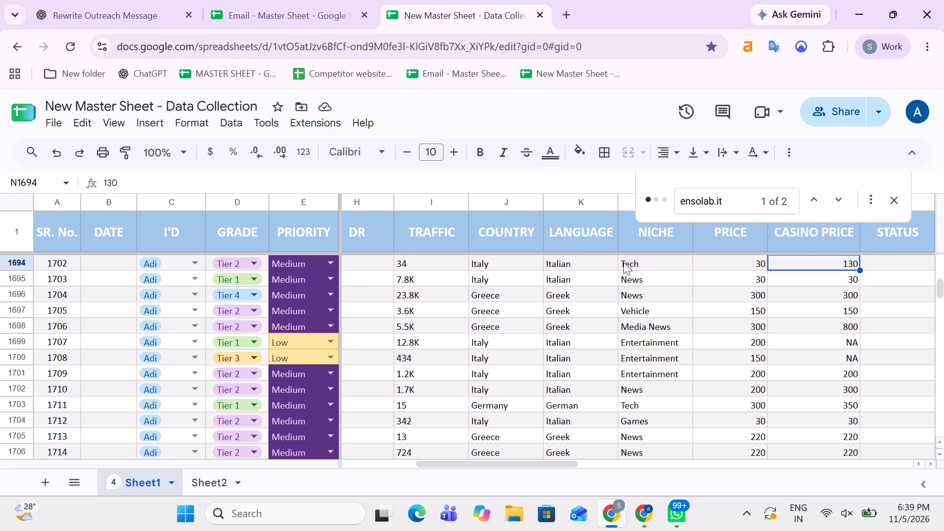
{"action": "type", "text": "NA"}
Set the link policy of the ensolab.it row to No gambling.
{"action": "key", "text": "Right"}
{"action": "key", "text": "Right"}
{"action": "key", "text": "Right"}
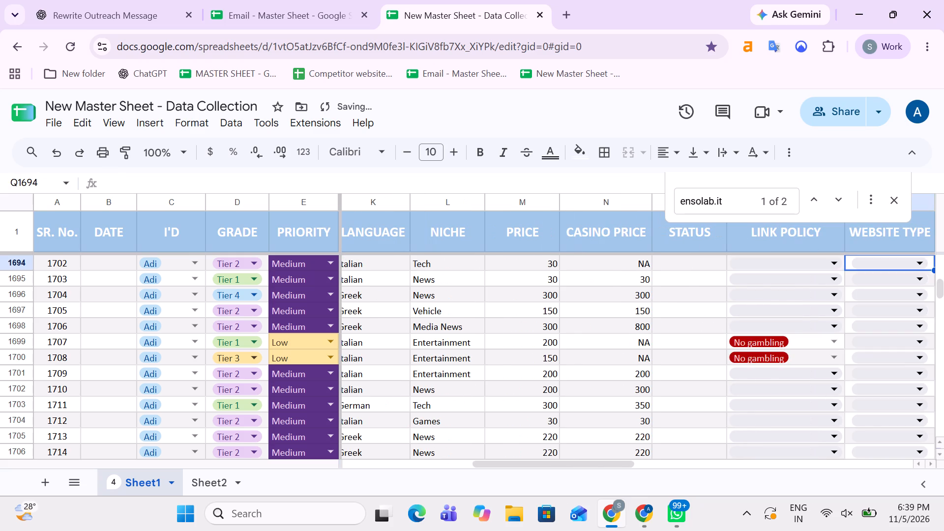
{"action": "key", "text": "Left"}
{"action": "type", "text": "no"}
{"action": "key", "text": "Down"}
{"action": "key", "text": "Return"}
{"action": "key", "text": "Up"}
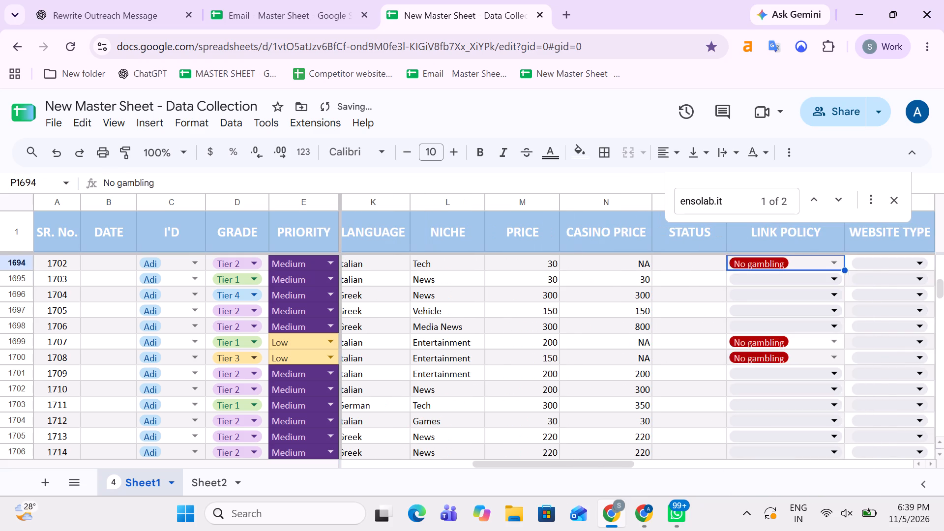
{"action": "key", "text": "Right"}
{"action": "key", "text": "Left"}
Add the Updated option to ensolab.it's link policy, keeping only No gambling and Updated selected.
{"action": "left_click", "coordinate": [837, 263]}
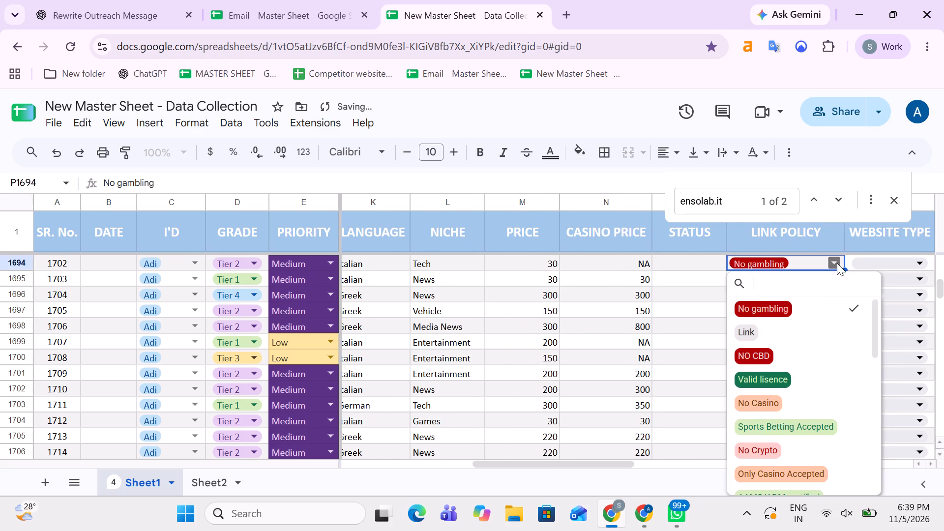
{"action": "scroll", "coordinate": [790, 457], "scroll_direction": "down", "scroll_amount": 4}
{"action": "left_click", "coordinate": [778, 400]}
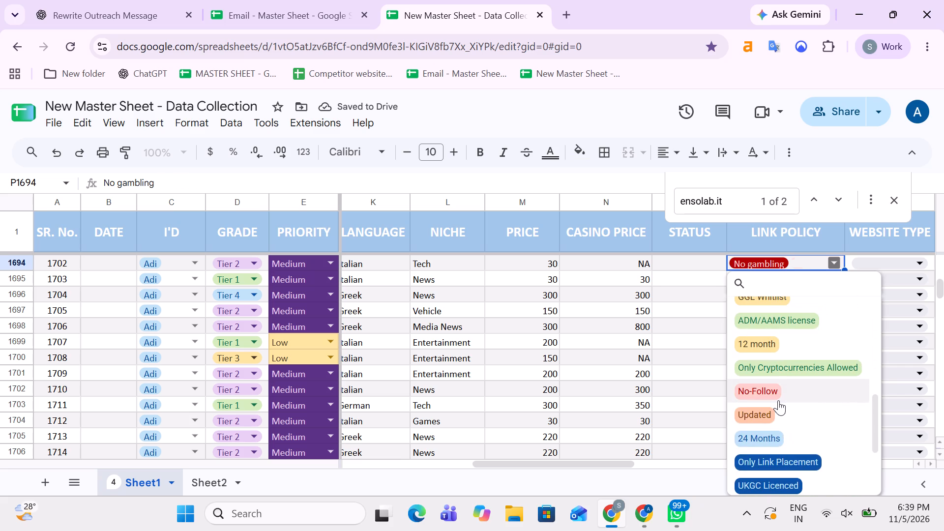
{"action": "scroll", "coordinate": [804, 445], "scroll_direction": "down", "scroll_amount": 2}
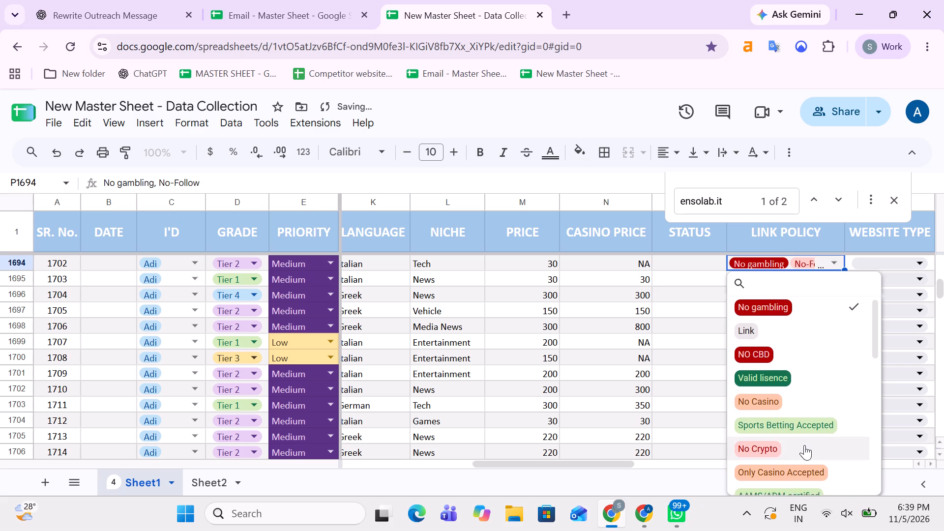
{"action": "scroll", "coordinate": [804, 445], "scroll_direction": "down", "scroll_amount": 1}
{"action": "left_click", "coordinate": [772, 488]}
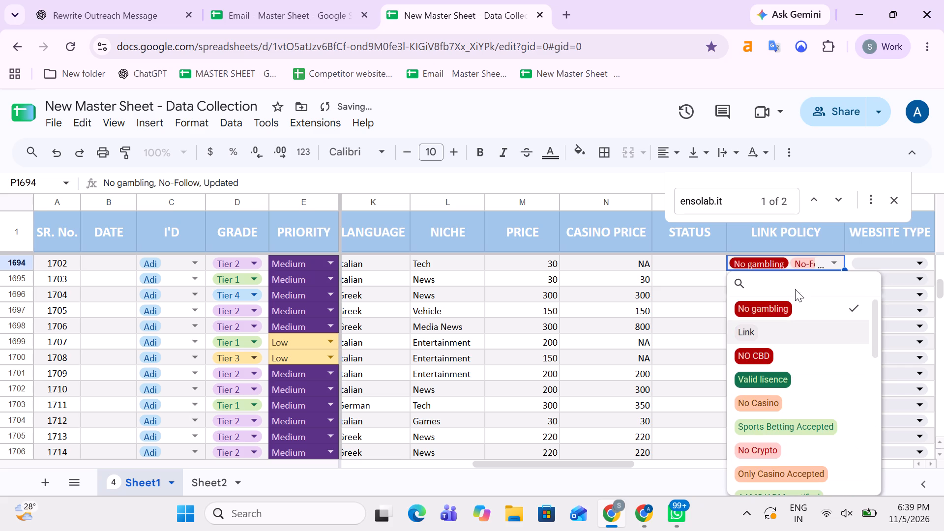
{"action": "scroll", "coordinate": [841, 363], "scroll_direction": "up", "scroll_amount": 2}
{"action": "scroll", "coordinate": [837, 385], "scroll_direction": "down", "scroll_amount": 3}
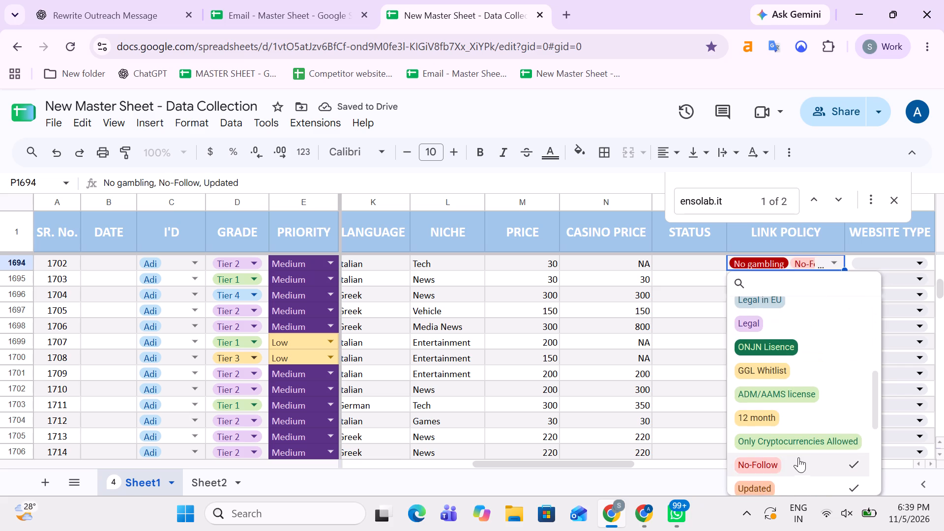
{"action": "left_click", "coordinate": [798, 458]}
{"action": "left_click", "coordinate": [659, 282]}
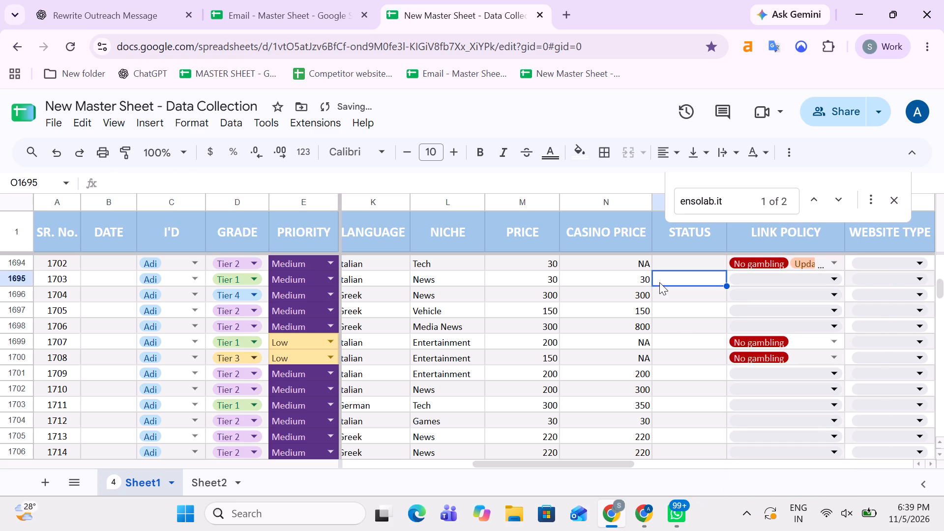
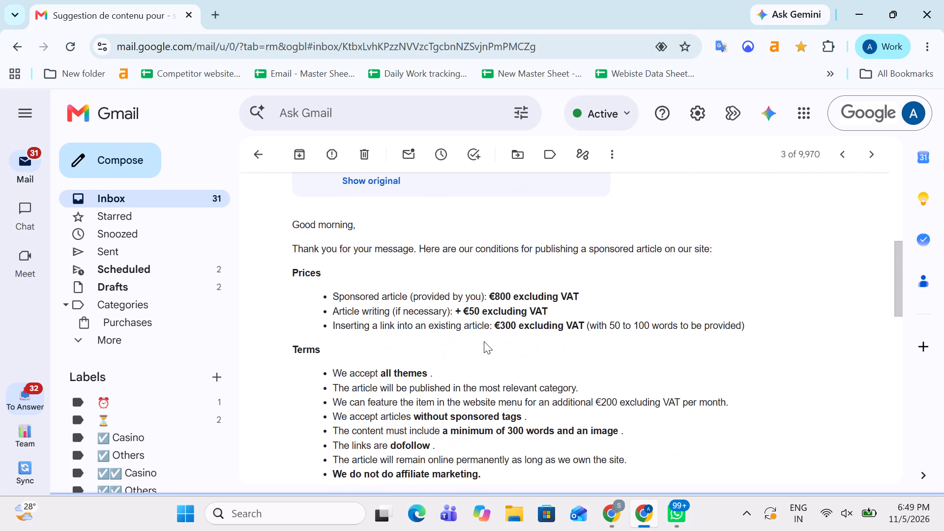
Read the translated sponsored article conditions in the "Suggestion de contenu pour" conversation, covering the publisher's prices, terms and payment rules.
{"action": "scroll", "coordinate": [470, 352], "scroll_direction": "down", "scroll_amount": 1}
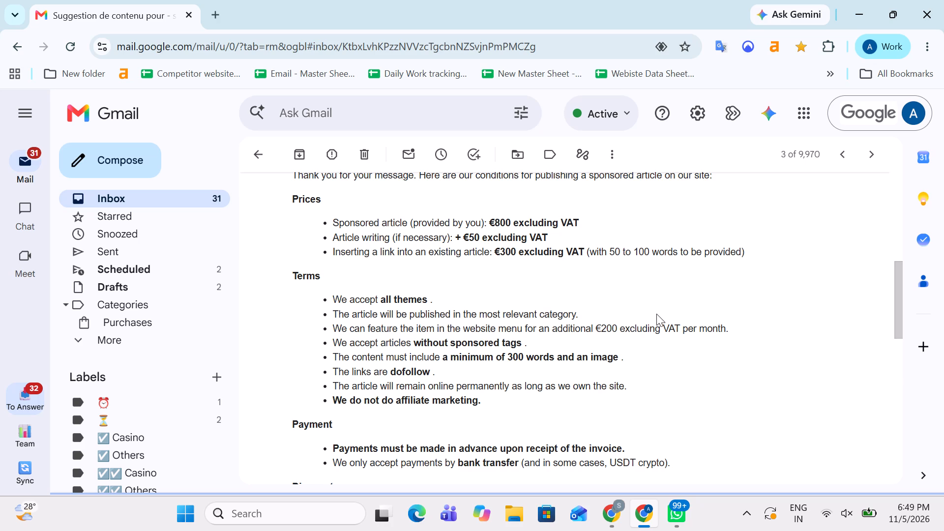